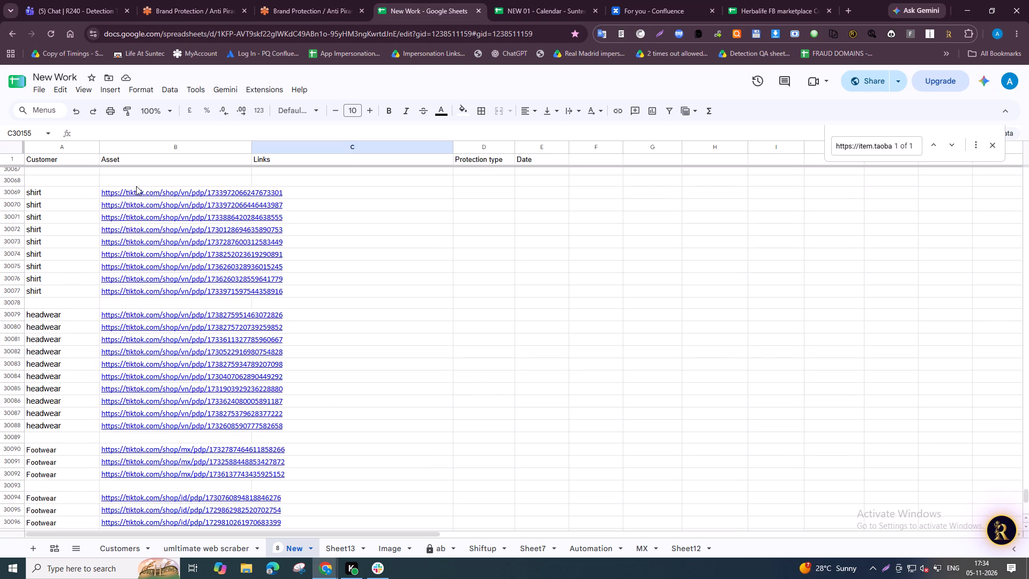
Select the Asset column range from row 30068 to row 30198 to count the TikTok shop links.
{"action": "scroll", "coordinate": [157, 268], "scroll_direction": "down", "scroll_amount": 20}
{"action": "scroll", "coordinate": [157, 268], "scroll_direction": "down", "scroll_amount": 6}
{"action": "left_click", "coordinate": [164, 316], "text": "shift"}
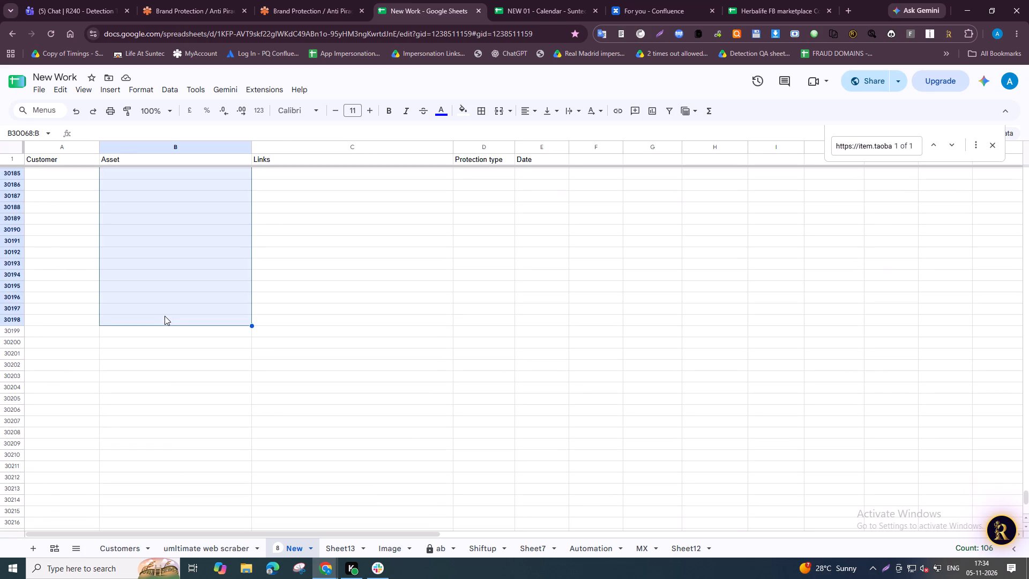
Return to the start of the TikTok link list and select the Date cell in row 30069.
{"action": "left_click", "coordinate": [506, 346]}
{"action": "key", "text": "ctrl+Up"}
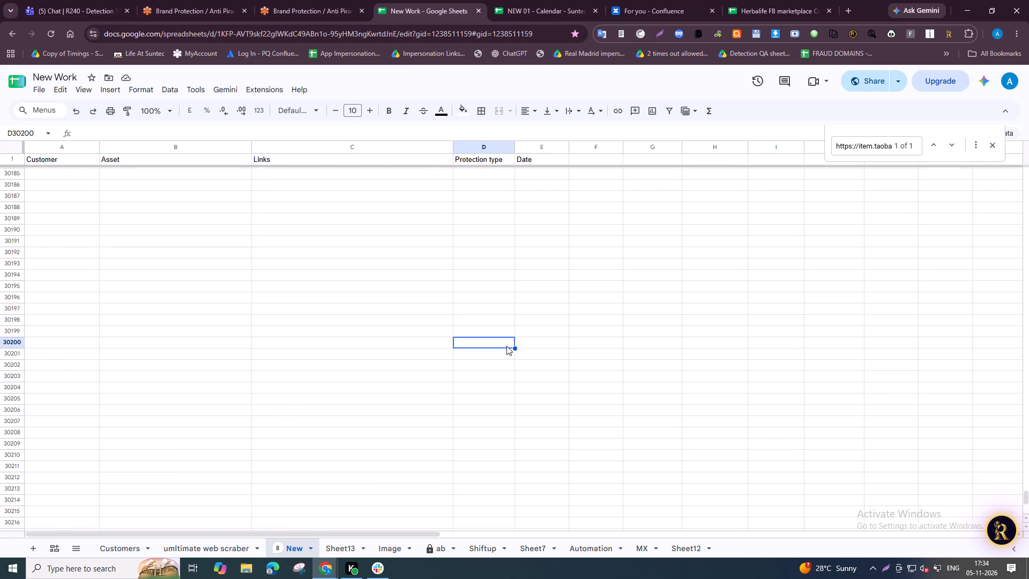
{"action": "left_click", "coordinate": [498, 346]}
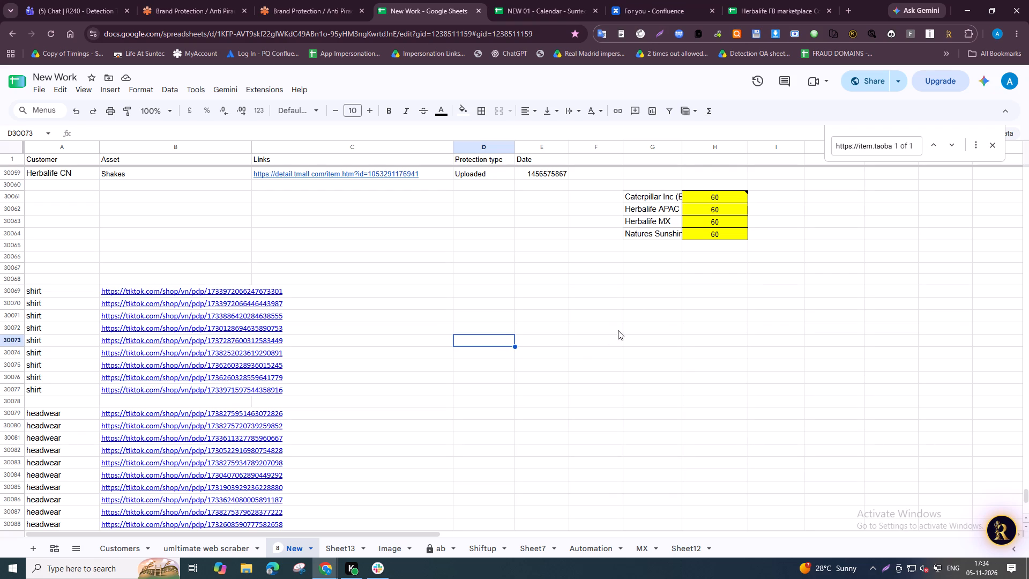
{"action": "left_click", "coordinate": [543, 287]}
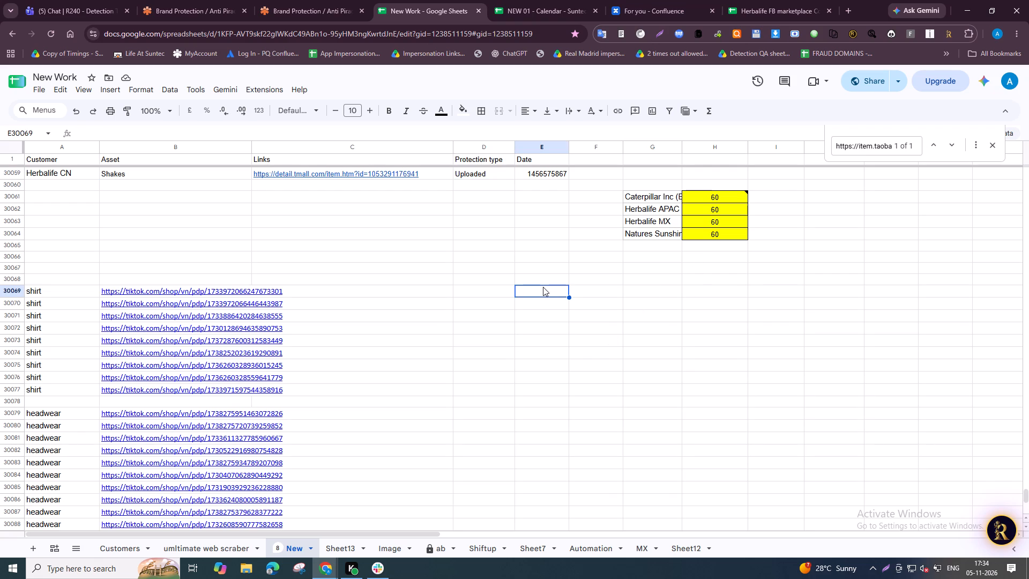
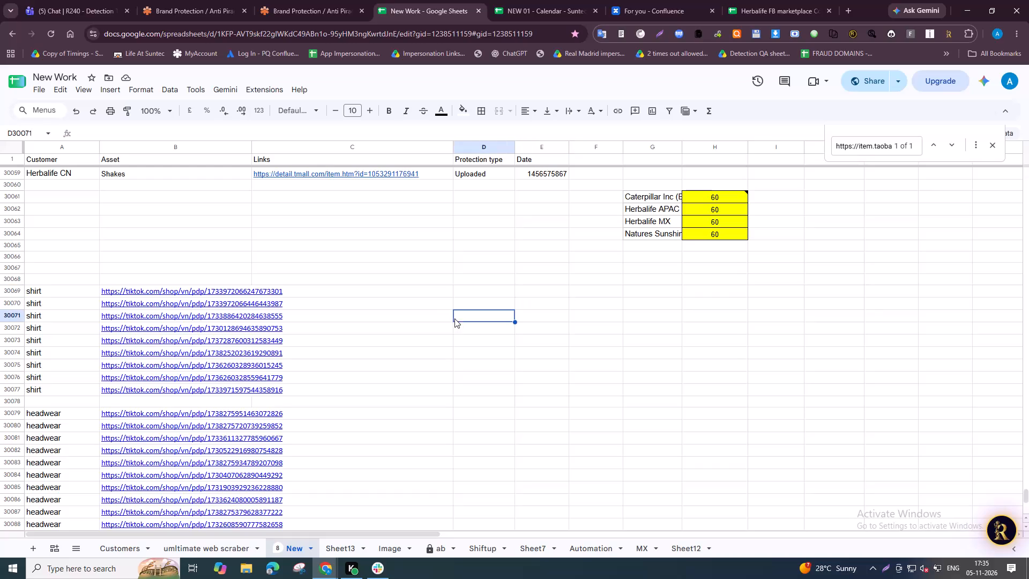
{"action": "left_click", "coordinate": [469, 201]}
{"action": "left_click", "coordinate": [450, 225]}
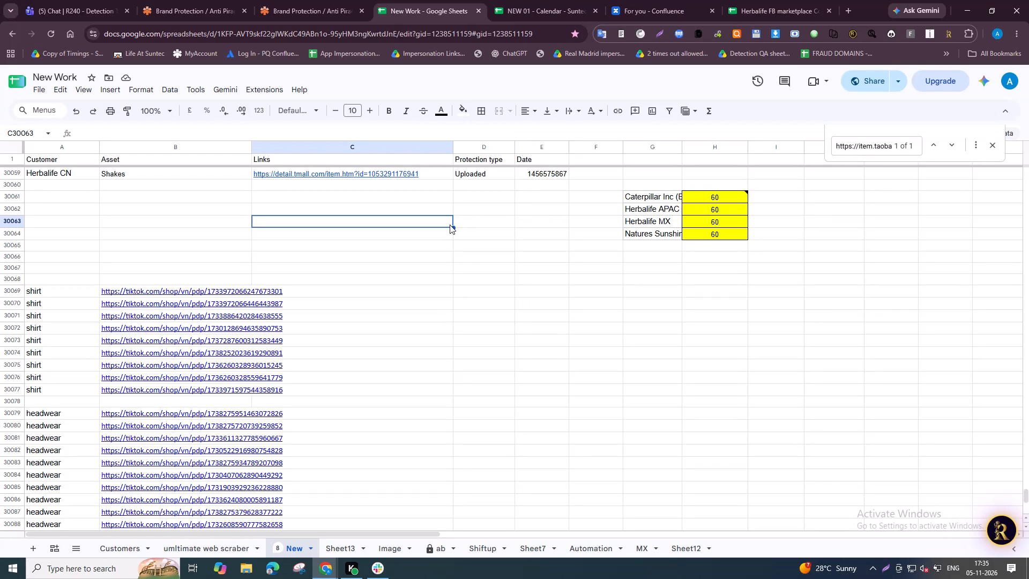
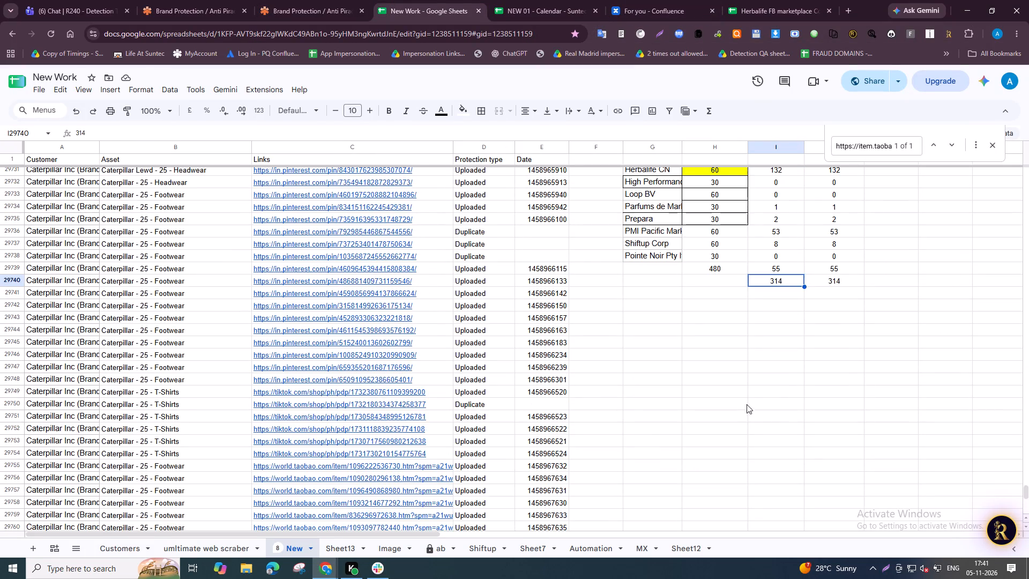
Calculate the 314 total as a percentage of 330 and of 300 (314/330*100, 314/300*100), using temporary new browser windows.
{"action": "scroll", "coordinate": [734, 439], "scroll_direction": "up", "scroll_amount": 2}
{"action": "left_click", "coordinate": [729, 493]}
{"action": "key", "text": "ctrl+n"}
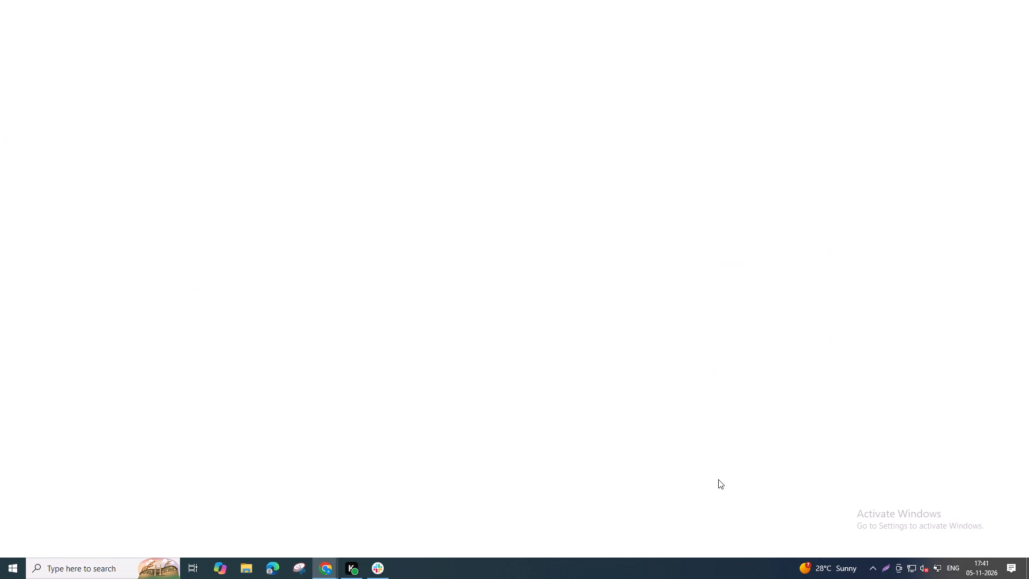
{"action": "type", "text": "314/330*100"}
{"action": "key", "text": "ctrl+w"}
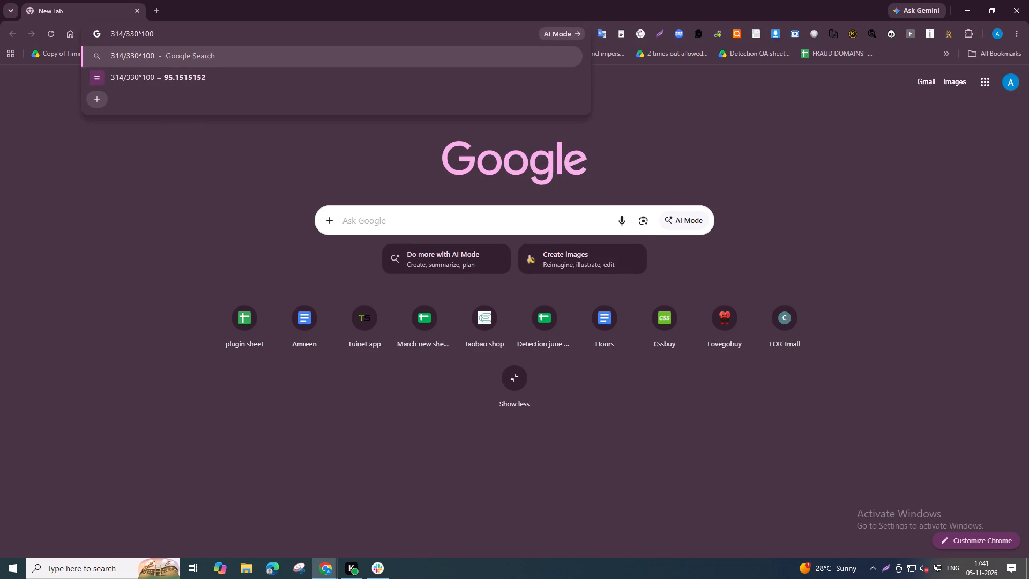
{"action": "key", "text": "ctrl+n"}
{"action": "type", "text": "314/300*100"}
{"action": "key", "text": "ctrl+w"}
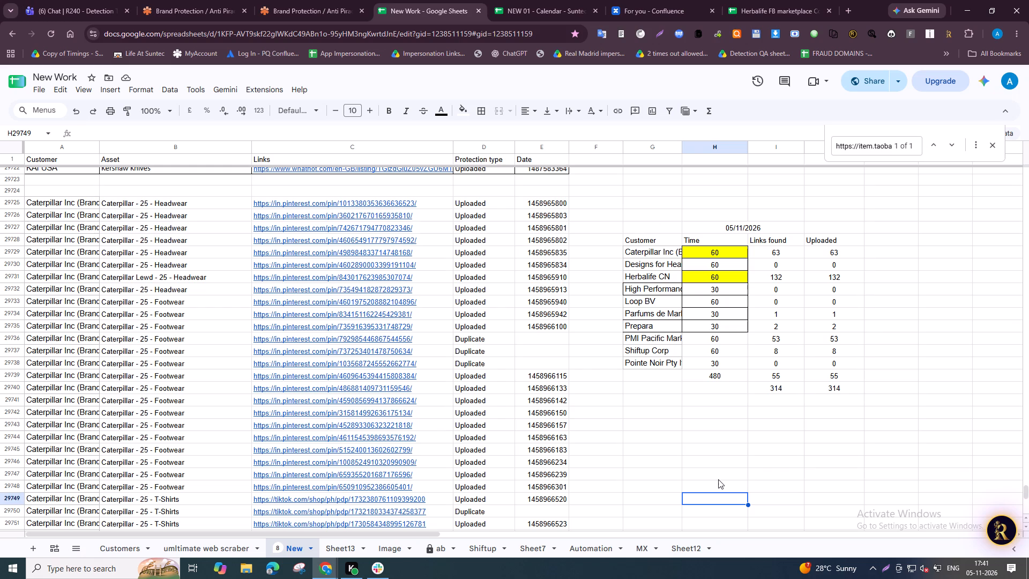
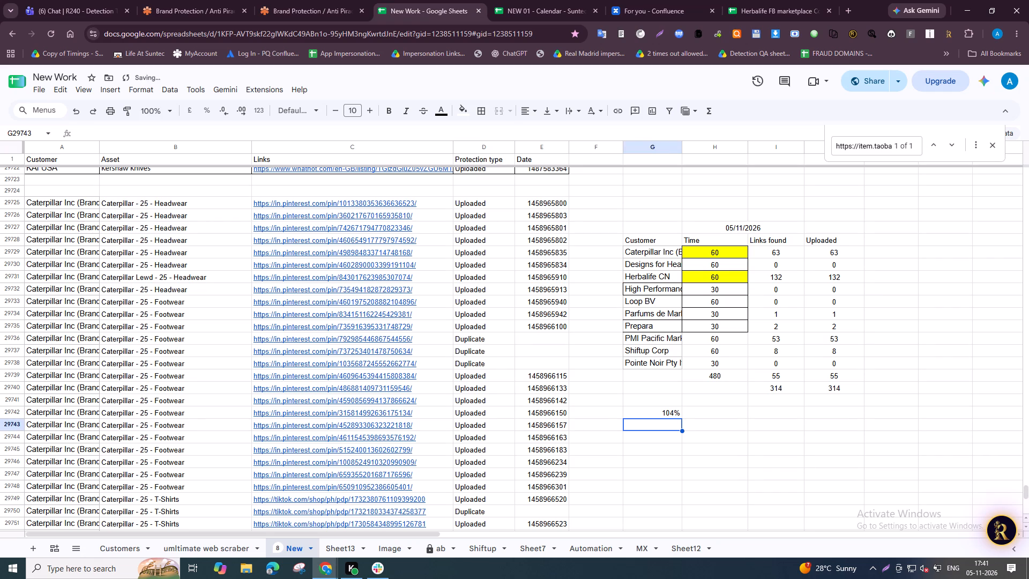
Switch from the New Work spreadsheet to the Tuinet Brand page with the Herbalife MX record for noviembre 2026.
{"action": "key", "text": "ctrl+Up"}
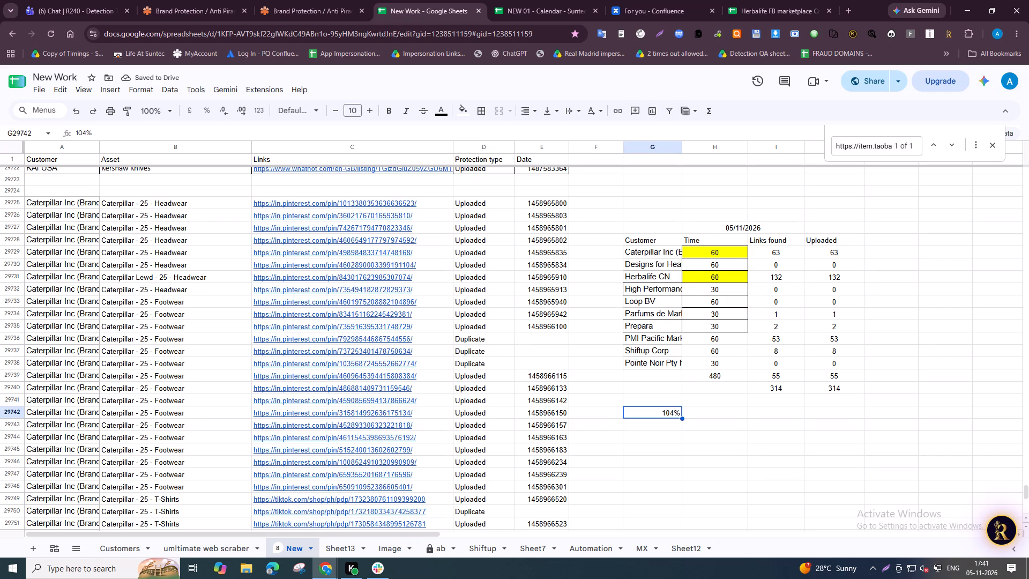
{"action": "key", "text": "super+Up"}
{"action": "key", "text": "super+Left"}
{"action": "key", "text": "super+Right"}
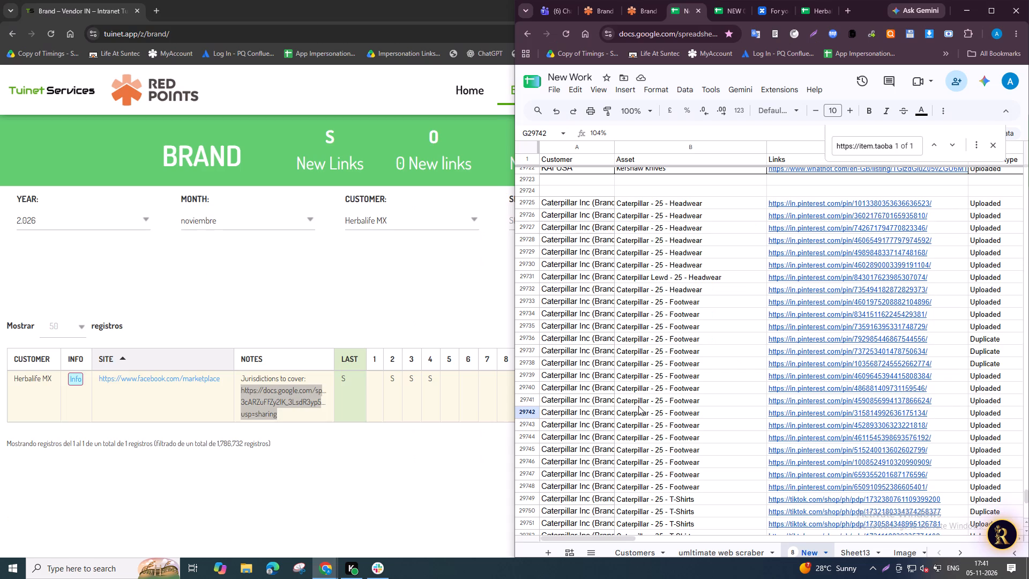
{"action": "scroll", "coordinate": [638, 406], "scroll_direction": "up", "scroll_amount": 1}
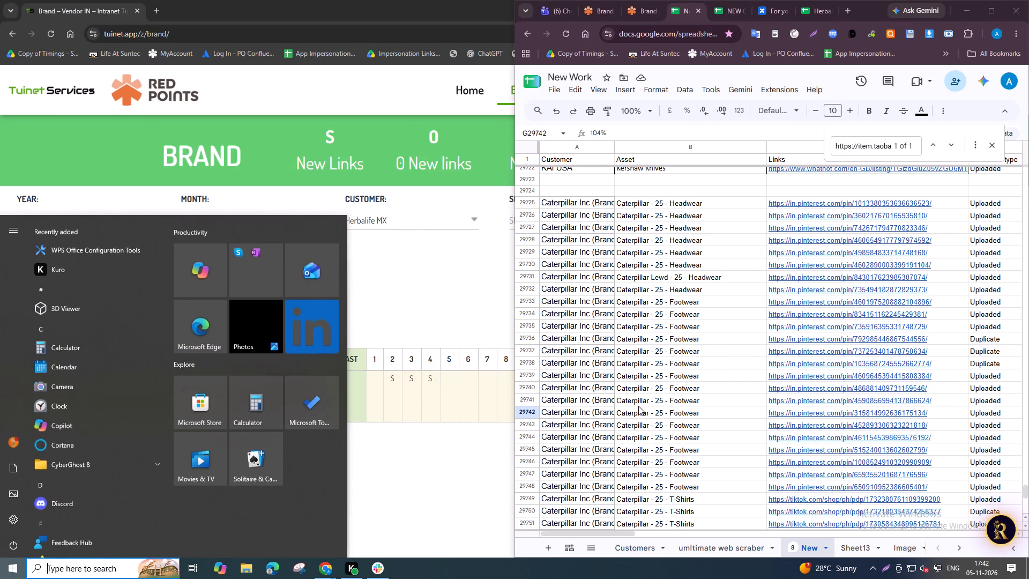
{"action": "left_click", "coordinate": [475, 291]}
{"action": "key", "text": "Tab"}
{"action": "key", "text": "alt+Tab"}
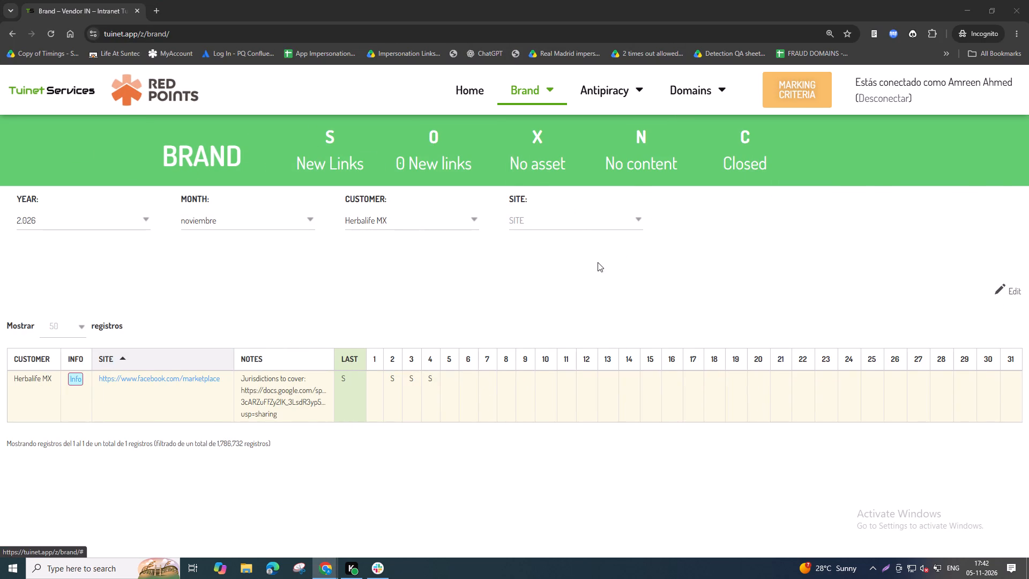
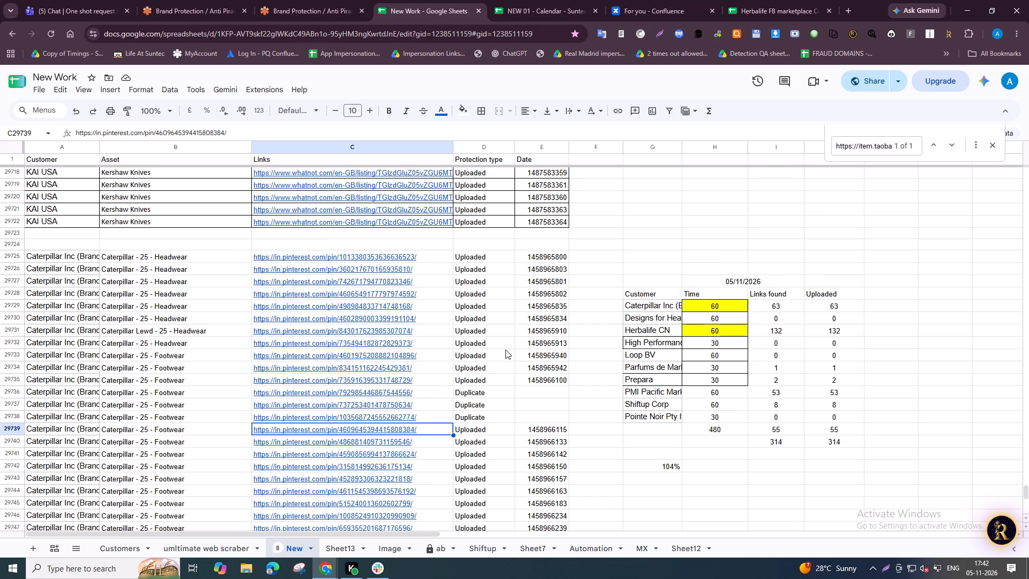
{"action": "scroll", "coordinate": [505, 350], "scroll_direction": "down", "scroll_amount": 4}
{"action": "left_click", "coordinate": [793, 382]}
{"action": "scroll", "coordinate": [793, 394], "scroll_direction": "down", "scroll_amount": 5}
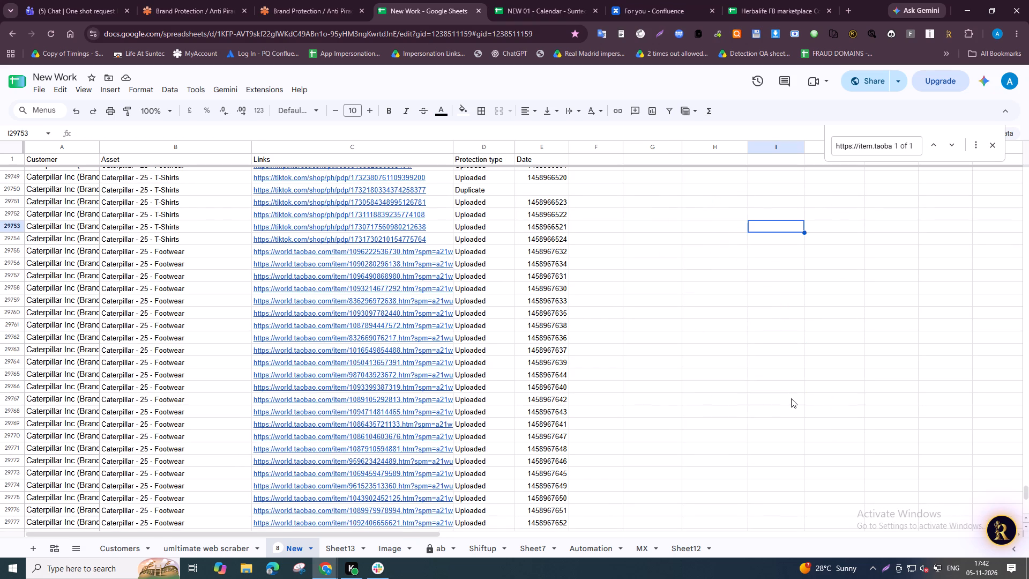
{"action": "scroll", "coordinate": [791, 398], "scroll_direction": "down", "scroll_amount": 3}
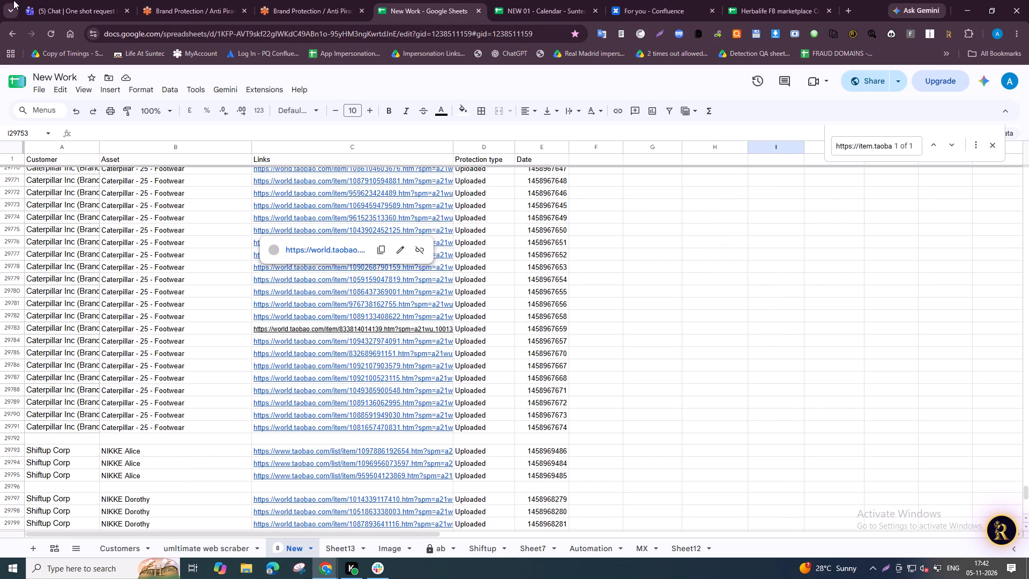
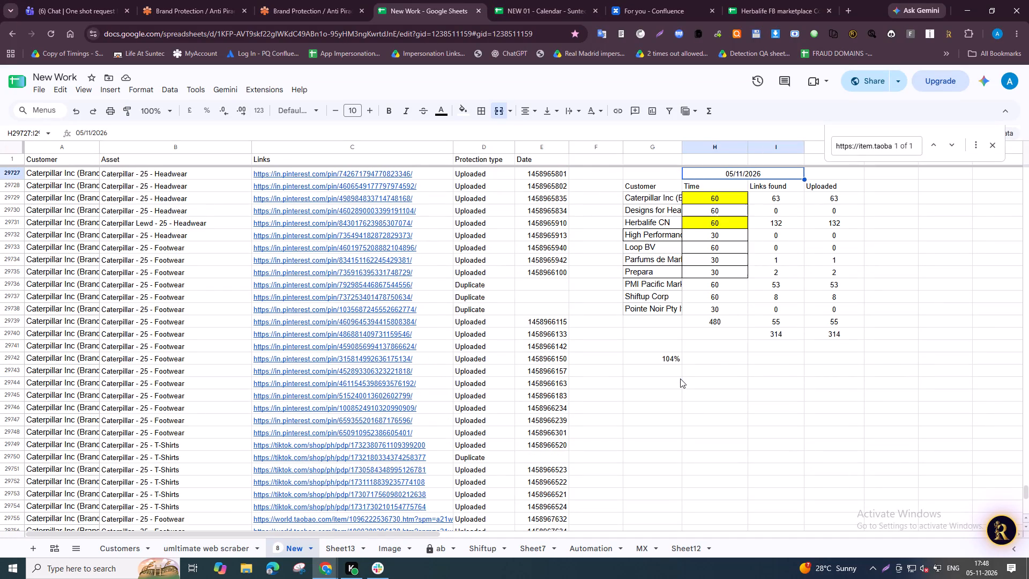
Select the 05/11/2026 customer summary table, from its date heading through the totals rows, as a Lightshot screenshot area.
{"action": "scroll", "coordinate": [684, 396], "scroll_direction": "up", "scroll_amount": 1}
{"action": "left_click", "coordinate": [1008, 442]}
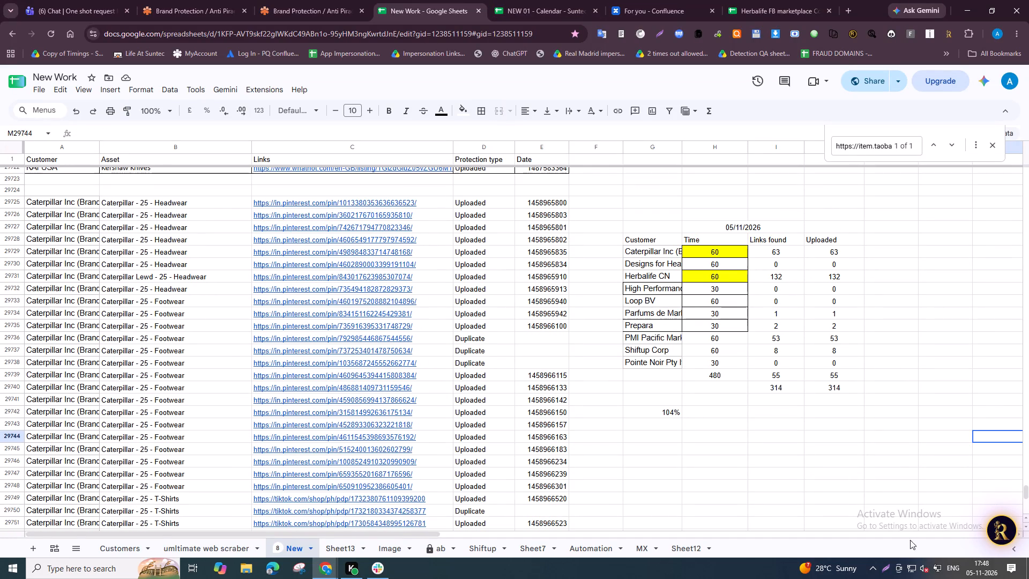
{"action": "left_click", "coordinate": [871, 571]}
{"action": "left_click", "coordinate": [915, 522]}
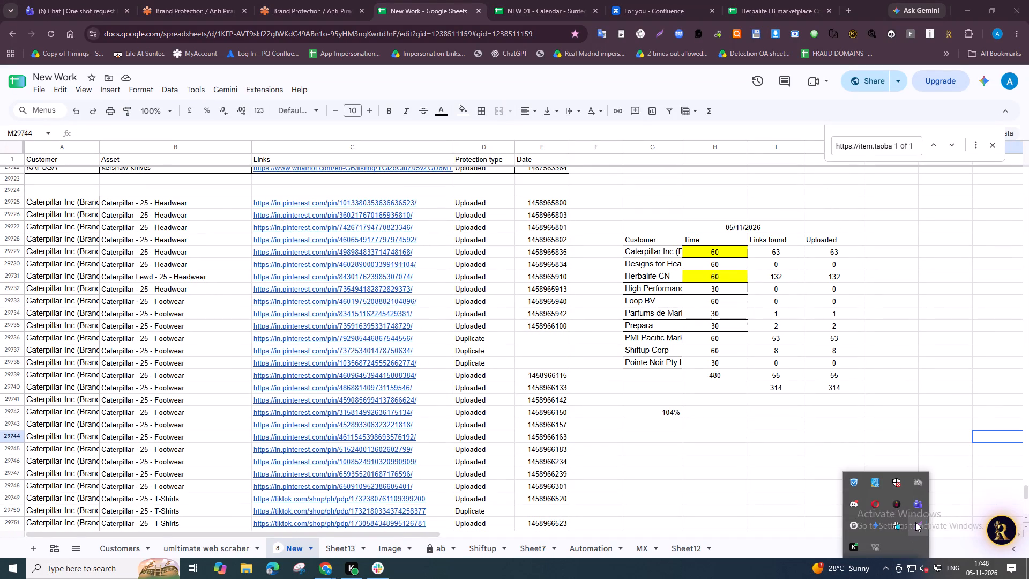
{"action": "left_click", "coordinate": [920, 518]}
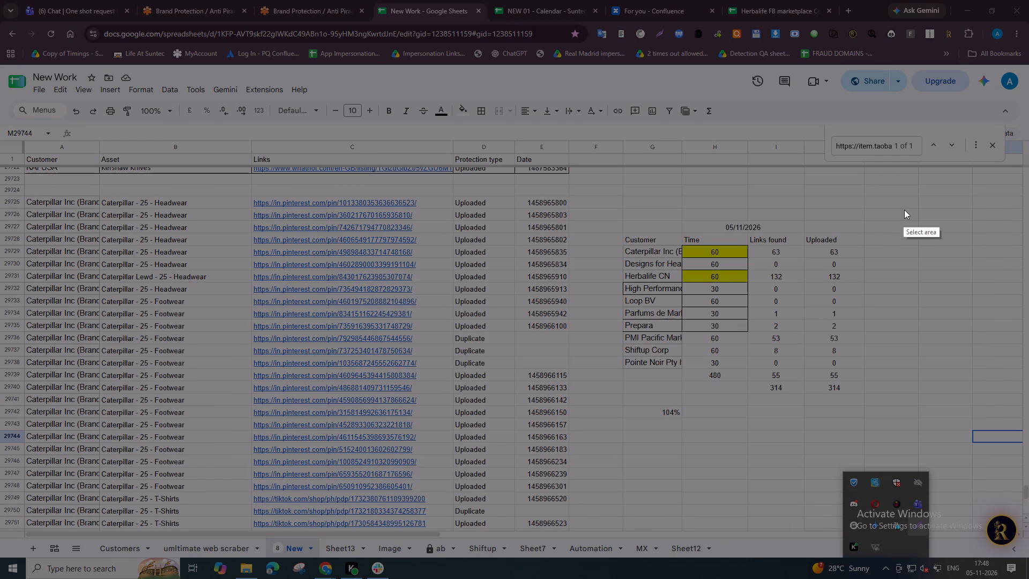
{"action": "left_click_drag", "start_coordinate": [616, 224], "coordinate": [859, 392]}
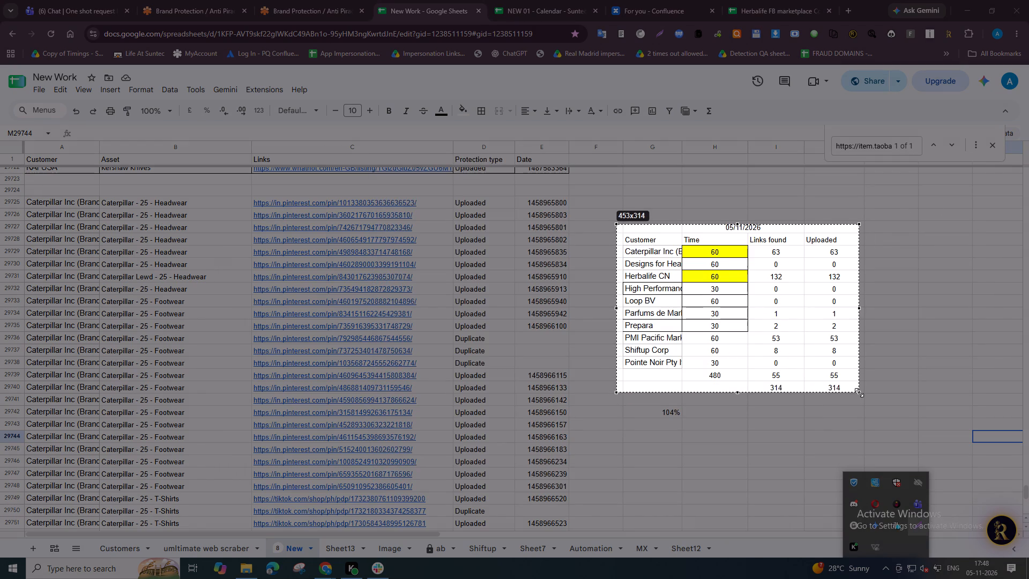
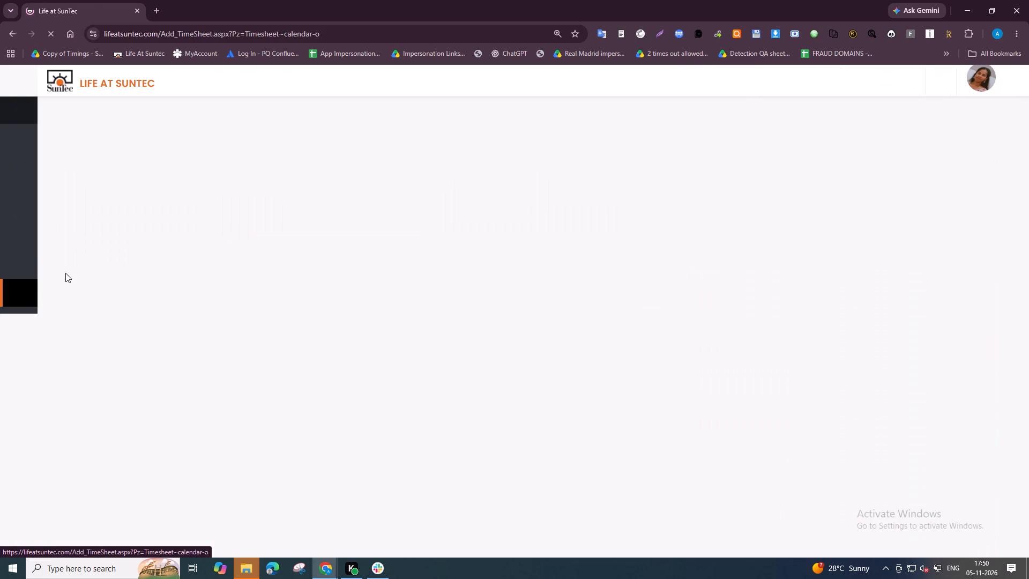
Choose client code R240, project R240-Rudhanshu-NM057 and project task Manual Detection for the 05/11/2026 timesheet entry.
{"action": "scroll", "coordinate": [178, 279], "scroll_direction": "down", "scroll_amount": 6}
{"action": "scroll", "coordinate": [238, 391], "scroll_direction": "up", "scroll_amount": 9}
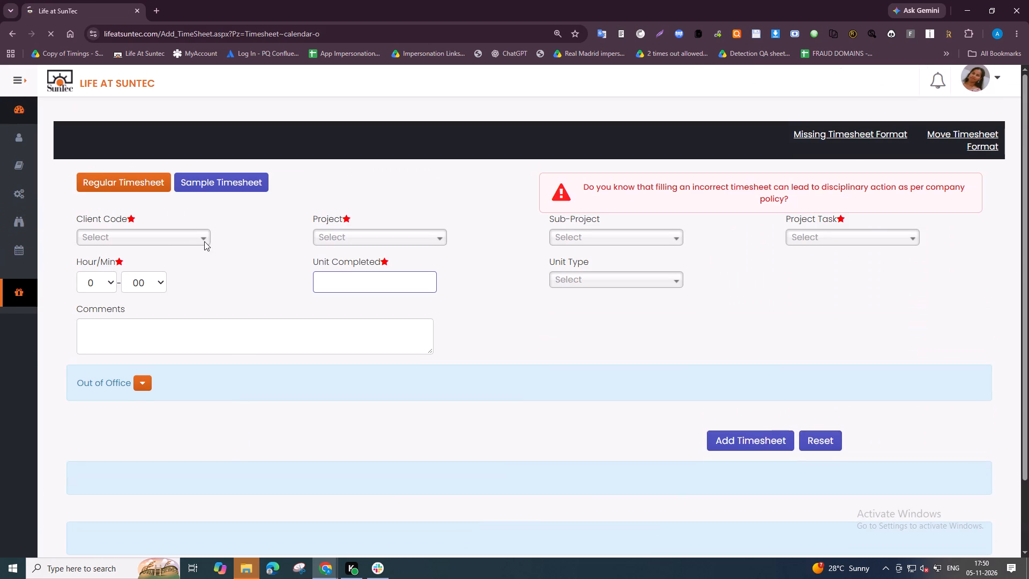
{"action": "left_click", "coordinate": [197, 237]}
{"action": "left_click", "coordinate": [201, 323]}
{"action": "left_click", "coordinate": [200, 289]}
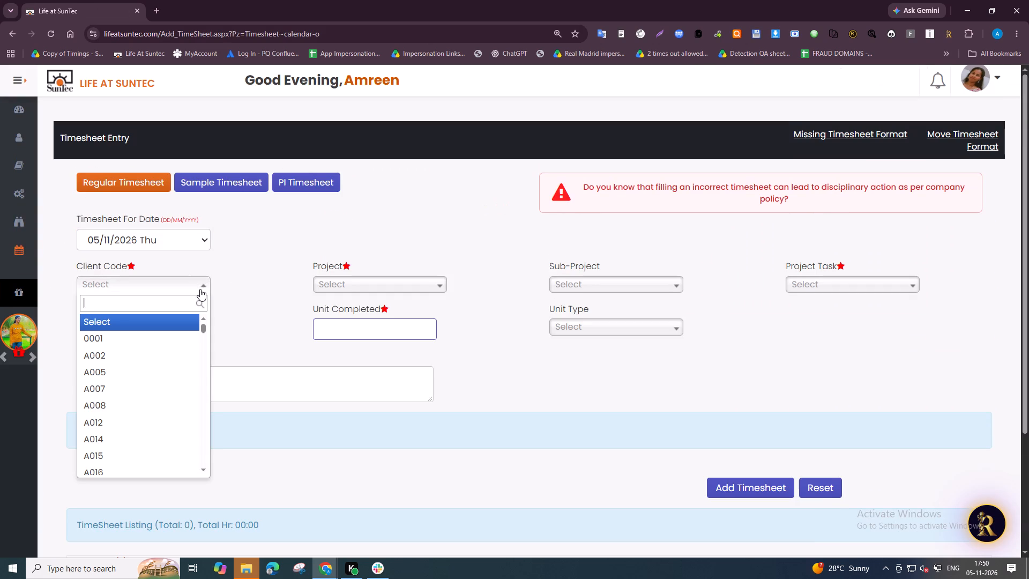
{"action": "key", "text": "r"}
{"action": "key", "text": "2"}
{"action": "key", "text": "4"}
{"action": "left_click", "coordinate": [163, 324]}
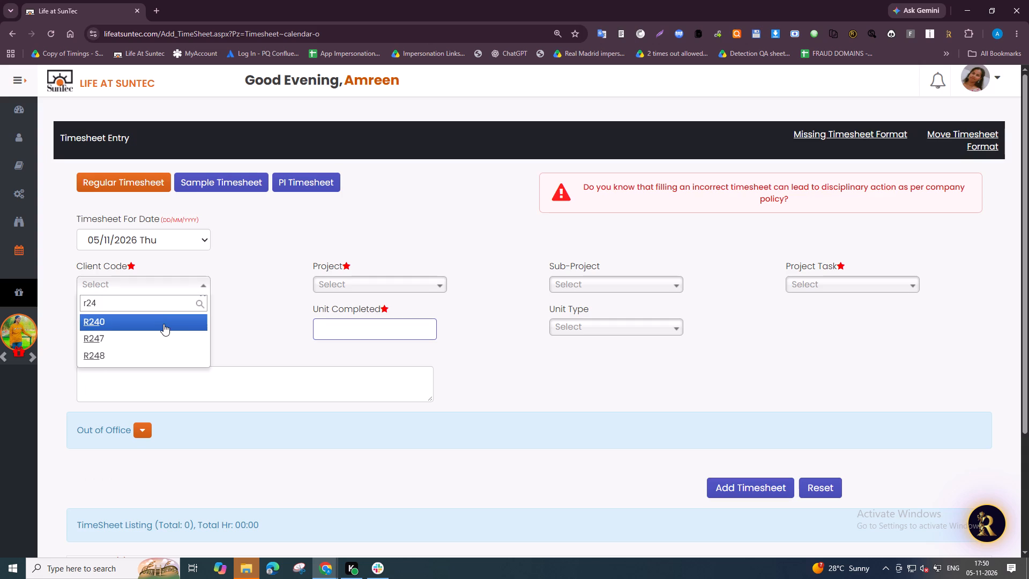
{"action": "left_click", "coordinate": [349, 287]}
{"action": "left_click", "coordinate": [378, 341]}
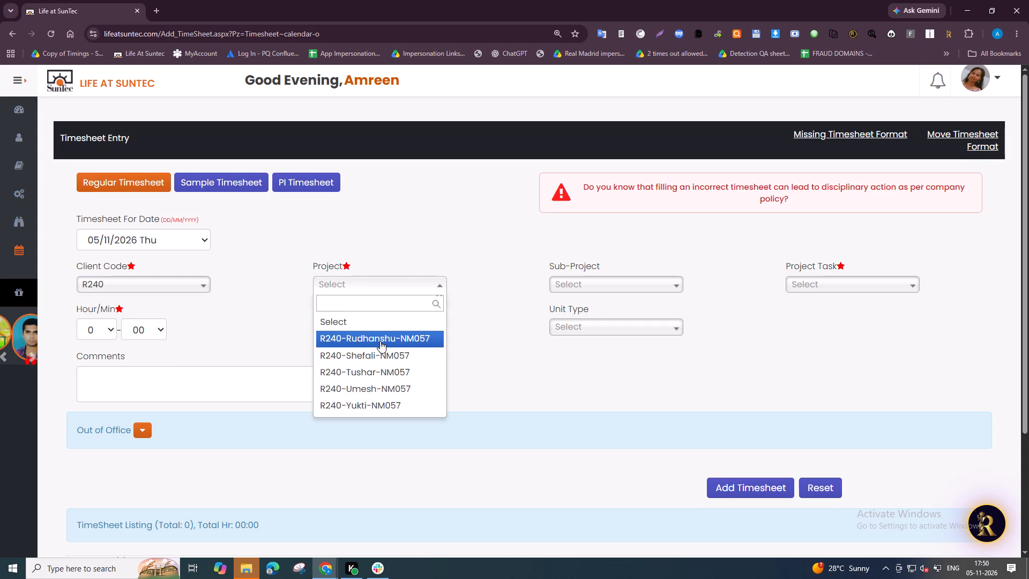
{"action": "left_click", "coordinate": [840, 290]}
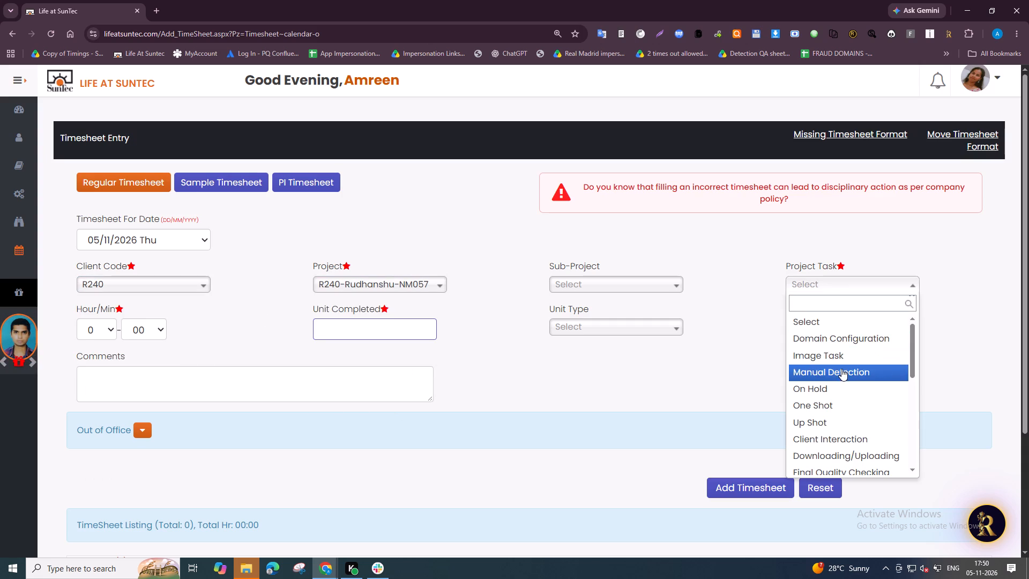
{"action": "left_click", "coordinate": [841, 369]}
Set 8 hours, 312 completed units and the comment "Detection", and add the entry to the timesheet.
{"action": "left_click", "coordinate": [106, 362]}
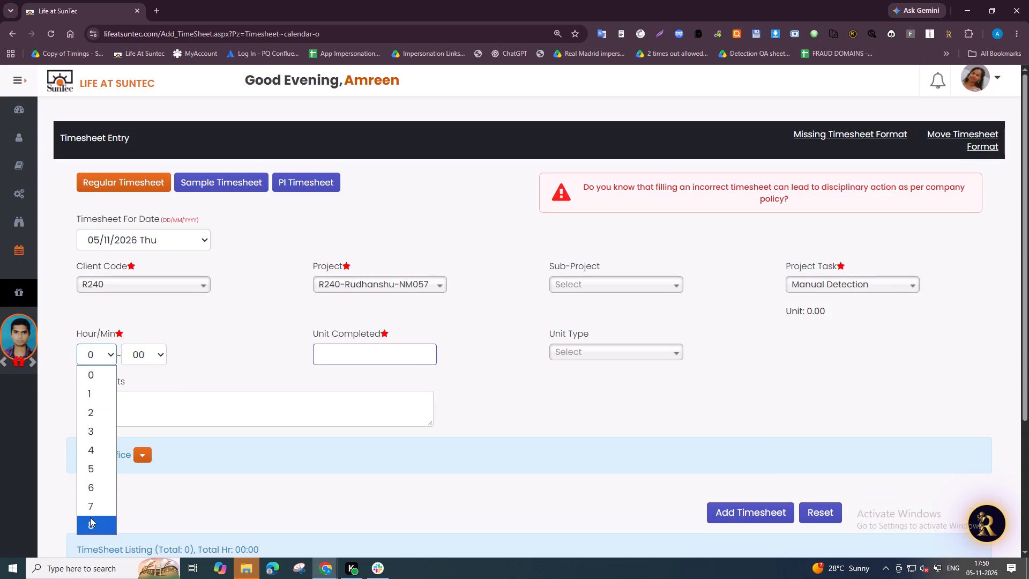
{"action": "left_click", "coordinate": [90, 517]}
{"action": "left_click", "coordinate": [332, 357]}
{"action": "type", "text": "312"}
{"action": "scroll", "coordinate": [332, 357], "scroll_direction": "up", "scroll_amount": 1}
{"action": "left_click", "coordinate": [391, 413]}
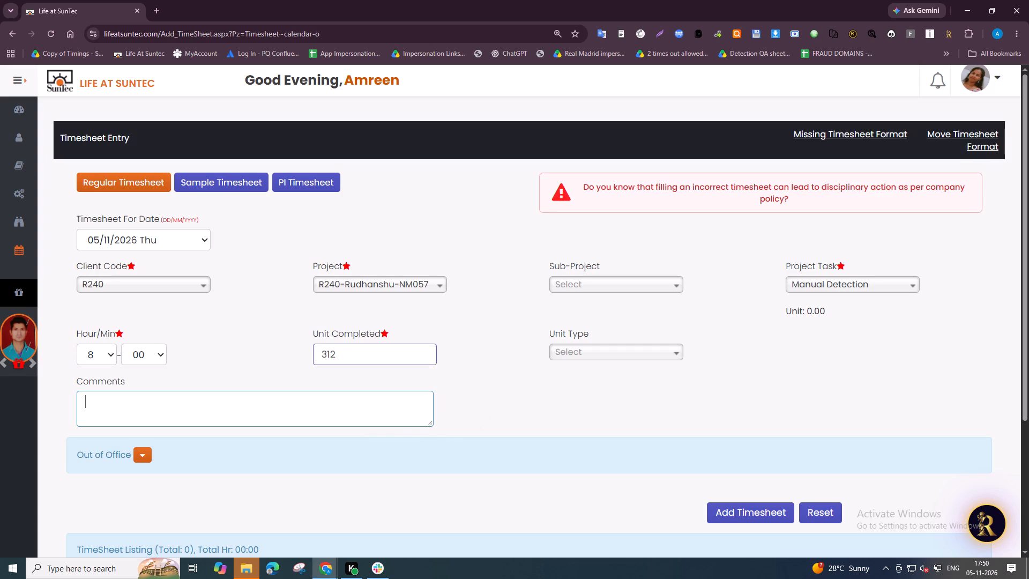
{"action": "type", "text": "Detection"}
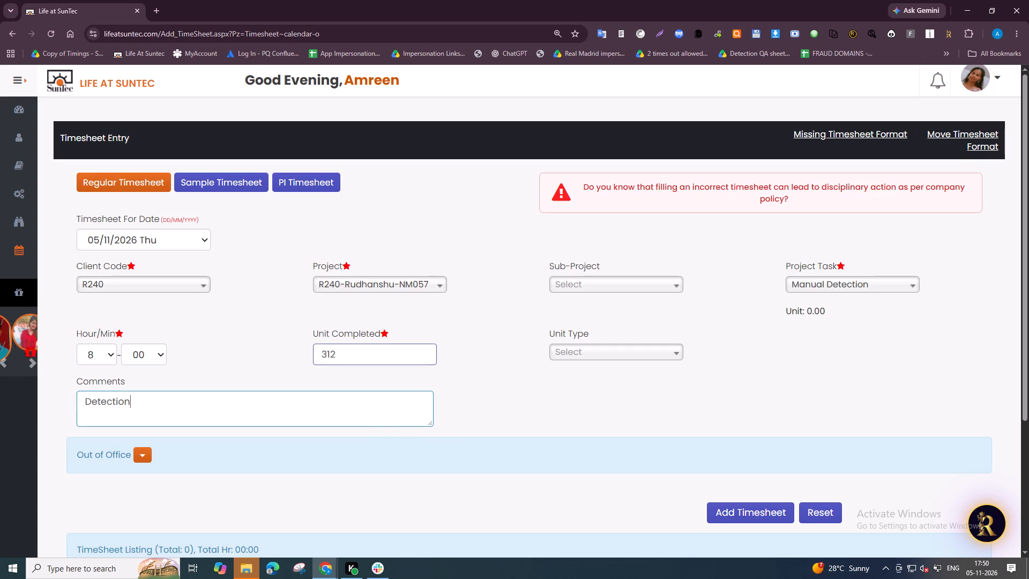
{"action": "left_click", "coordinate": [725, 511]}
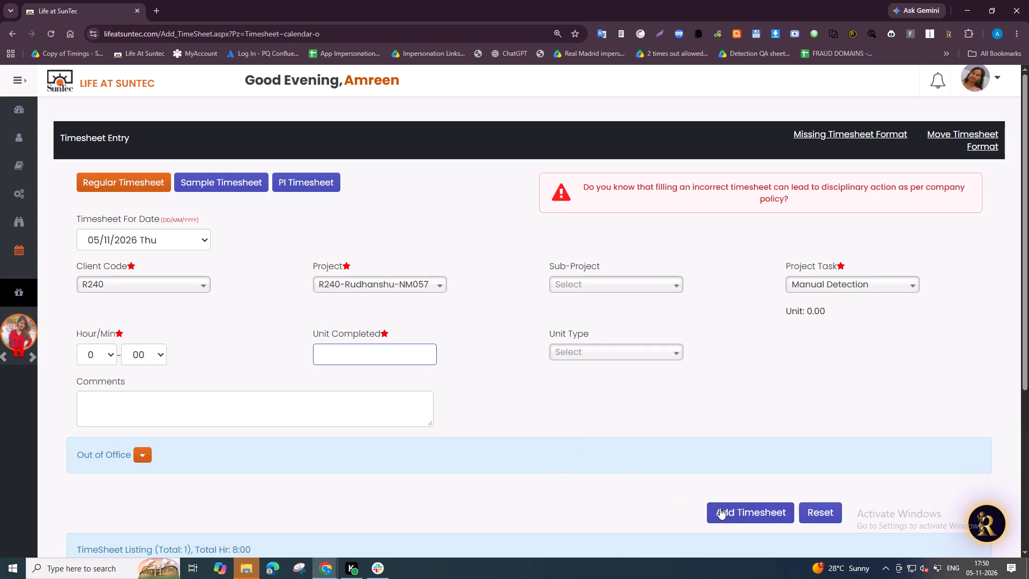
Submit the final save of the 05-Nov-2026 timesheet listing.
{"action": "scroll", "coordinate": [236, 447], "scroll_direction": "down", "scroll_amount": 5}
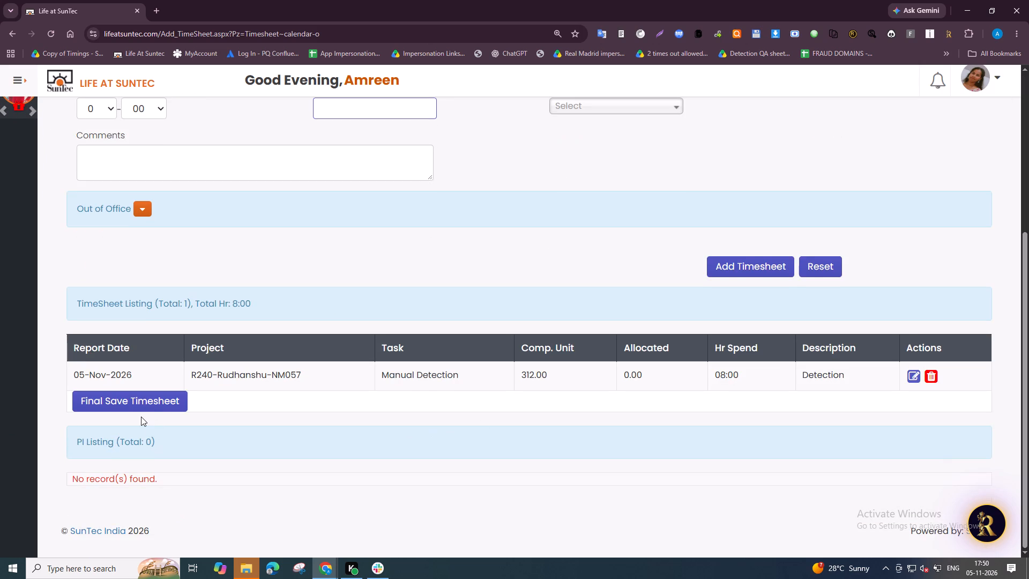
{"action": "left_click", "coordinate": [149, 400]}
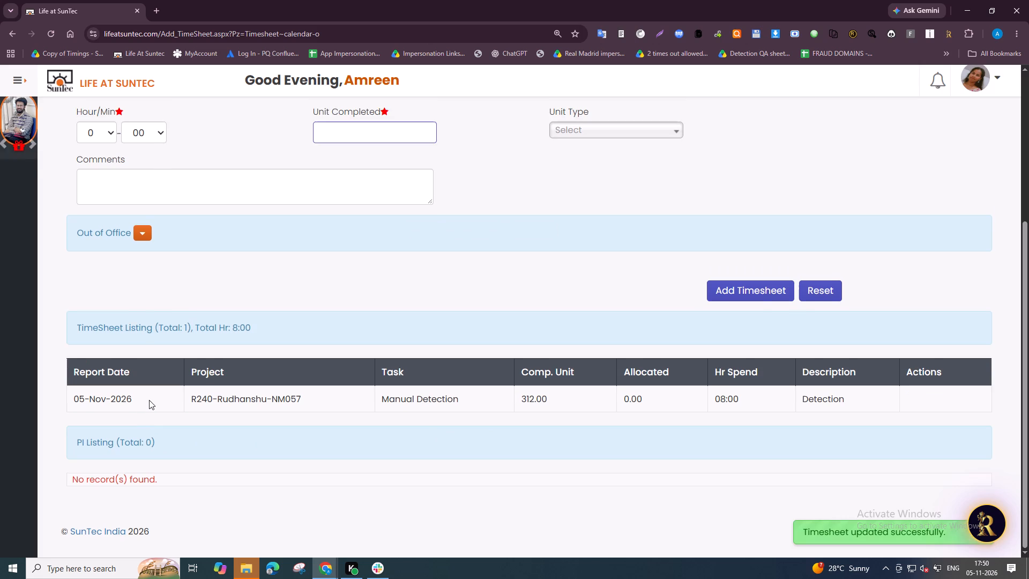
Return to the dashboard, expand the navigation sidebar and browse through the employees in the Birthday List.
{"action": "scroll", "coordinate": [149, 400], "scroll_direction": "up", "scroll_amount": 11}
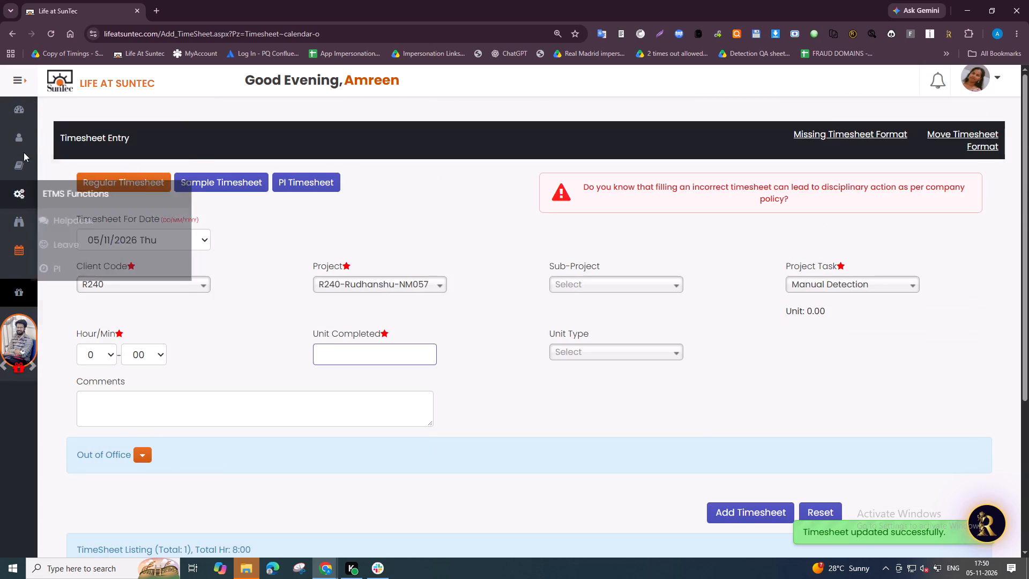
{"action": "left_click", "coordinate": [25, 103]}
{"action": "left_click", "coordinate": [21, 73]}
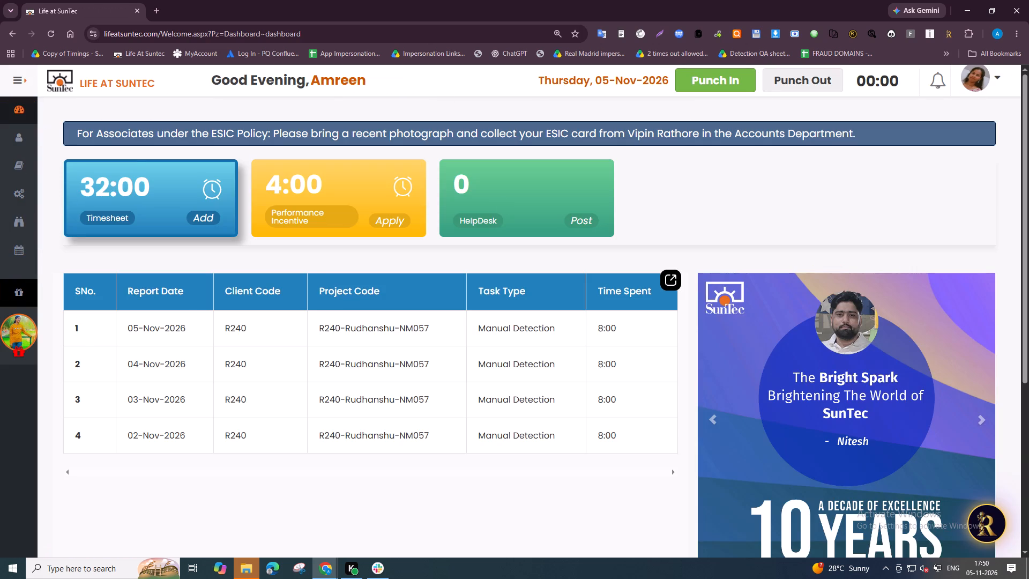
{"action": "left_click", "coordinate": [24, 79]}
{"action": "left_click", "coordinate": [109, 397]}
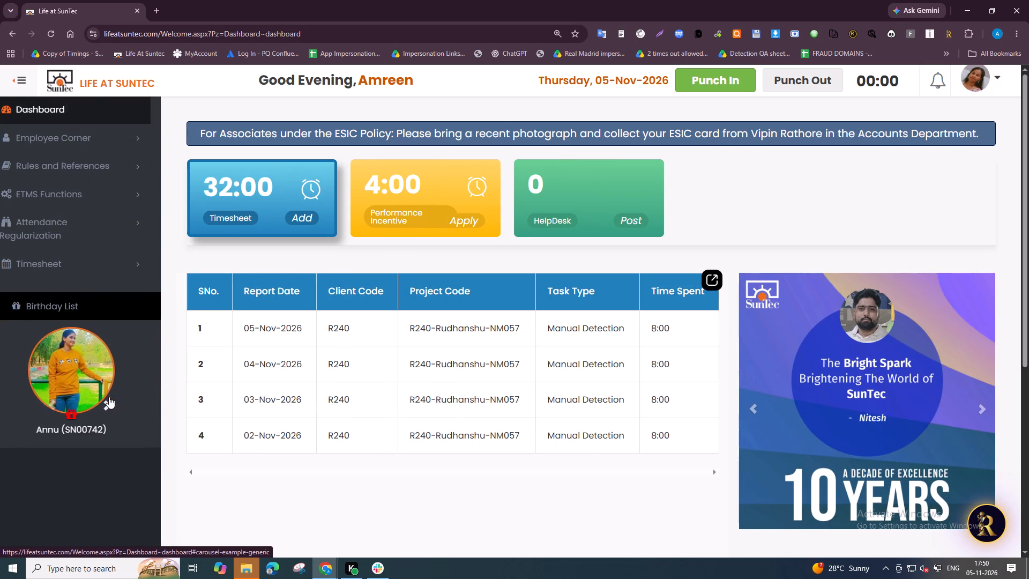
{"action": "left_click", "coordinate": [109, 397]}
{"action": "left_click", "coordinate": [109, 396]}
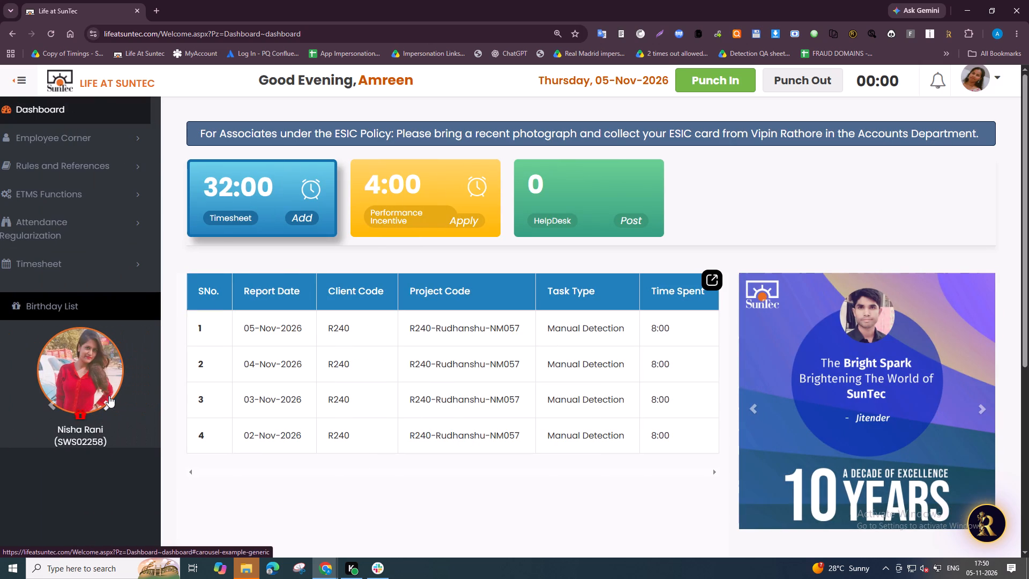
{"action": "left_click", "coordinate": [109, 396]}
{"action": "left_click", "coordinate": [109, 396]}
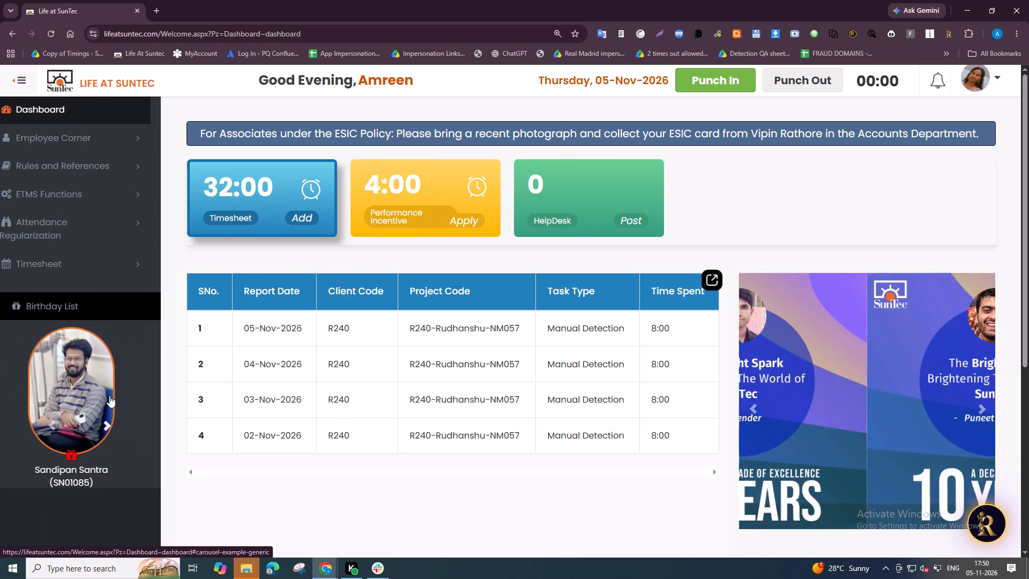
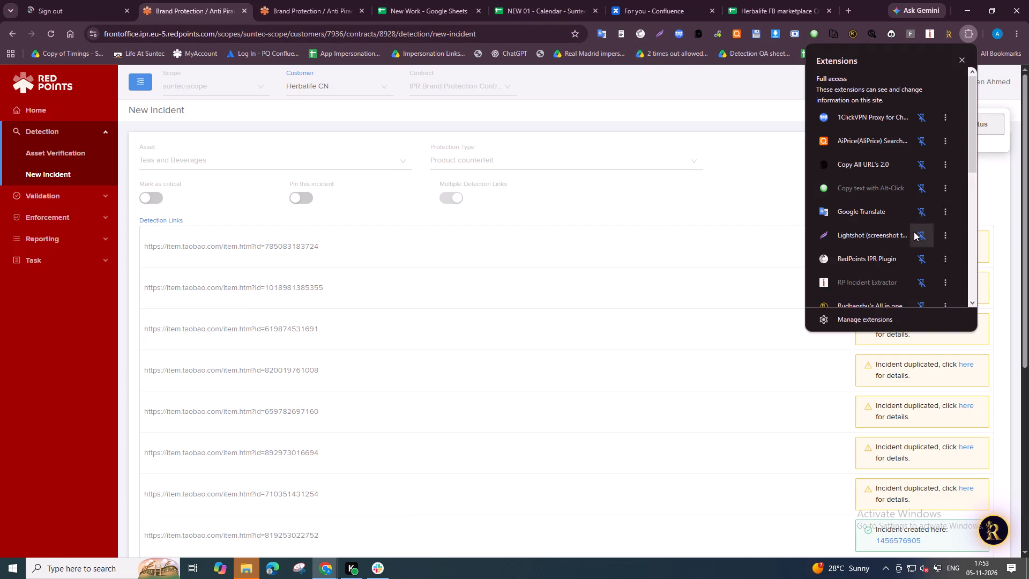
Clear all logged errors of the RedPoints IPR Plugin on the browser's extension management page and reload the plugin.
{"action": "left_click", "coordinate": [876, 317]}
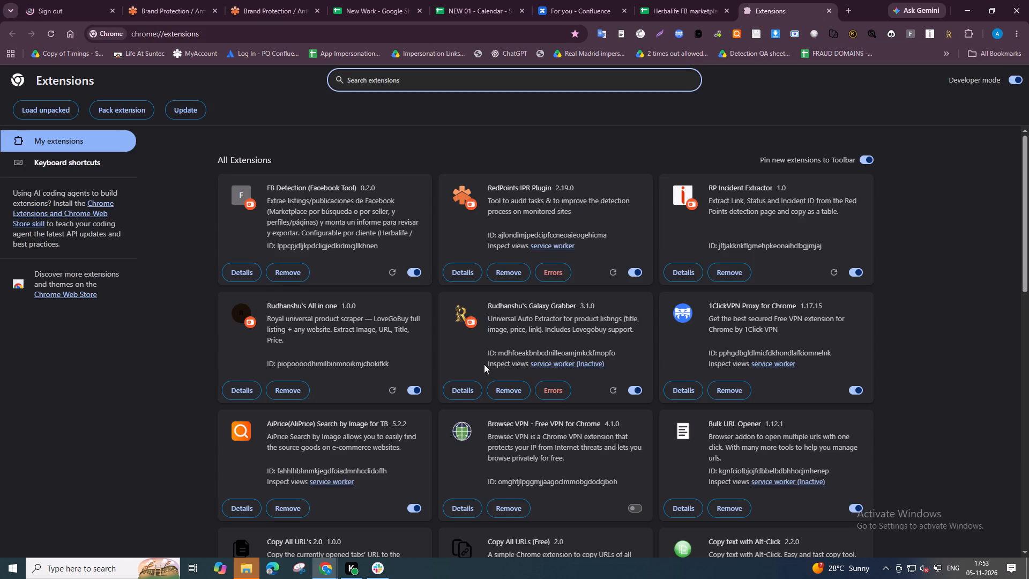
{"action": "left_click", "coordinate": [549, 271]}
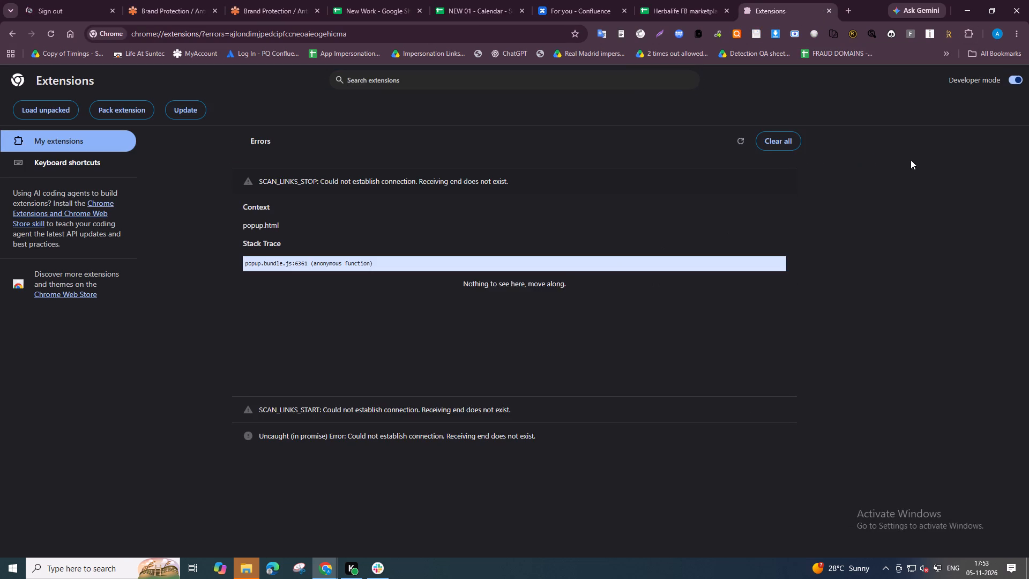
{"action": "left_click", "coordinate": [780, 144]}
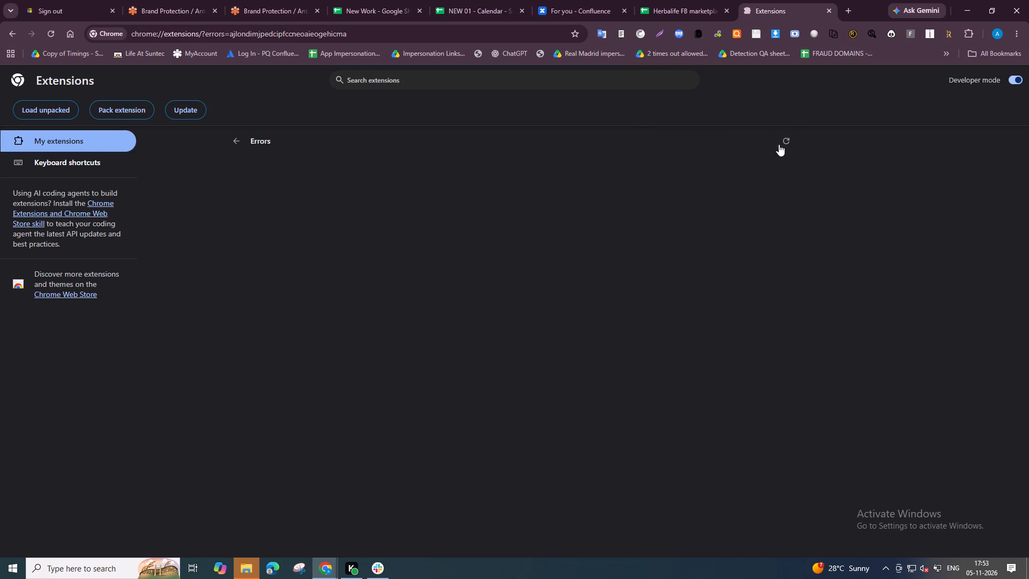
{"action": "left_click", "coordinate": [782, 144]}
{"action": "left_click", "coordinate": [824, 13]}
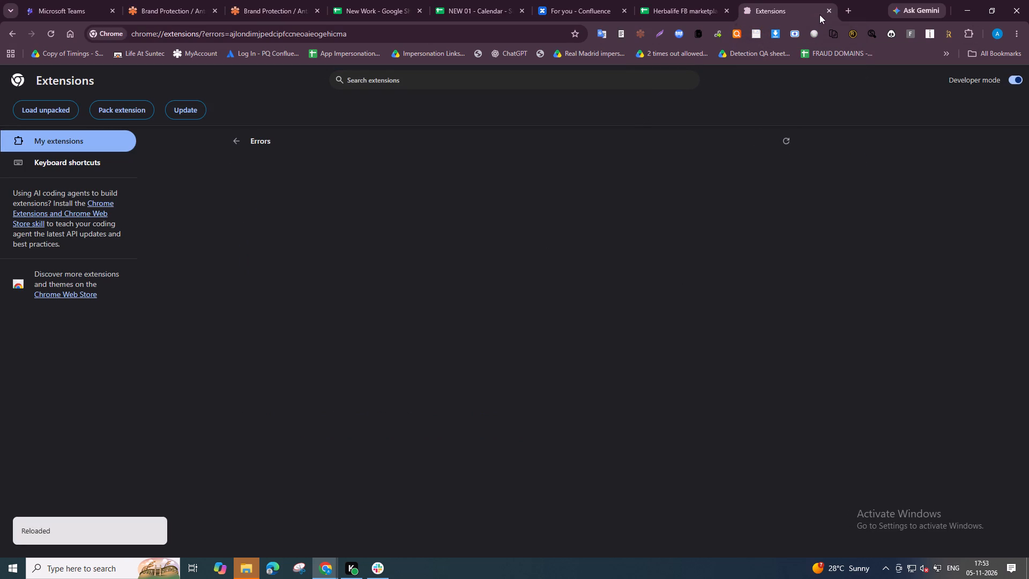
Return to the Red Points New Incident page for Herbalife CN and open the context options of its browser tab.
{"action": "left_click", "coordinate": [144, 0]}
{"action": "right_click", "coordinate": [144, 0]}
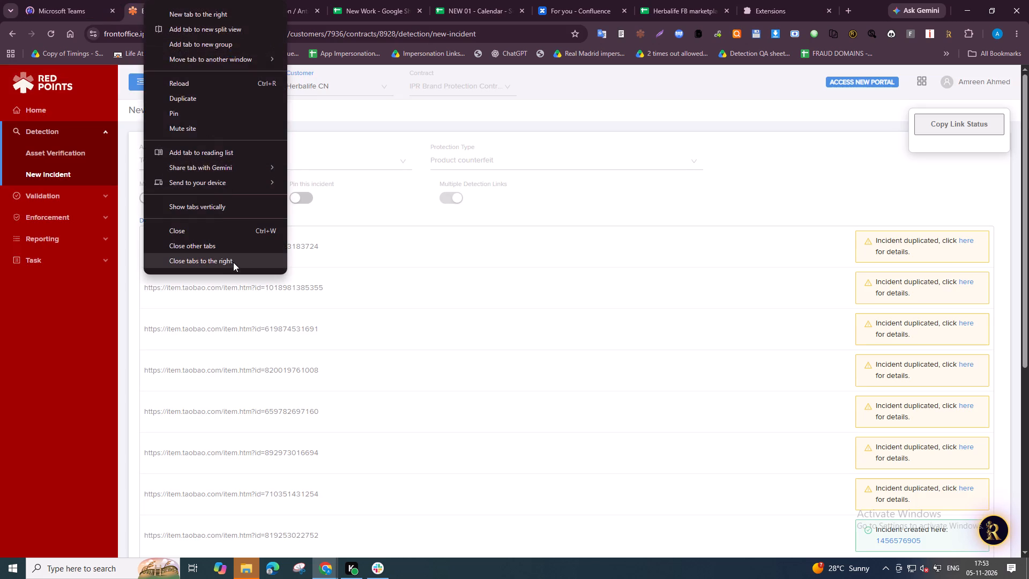